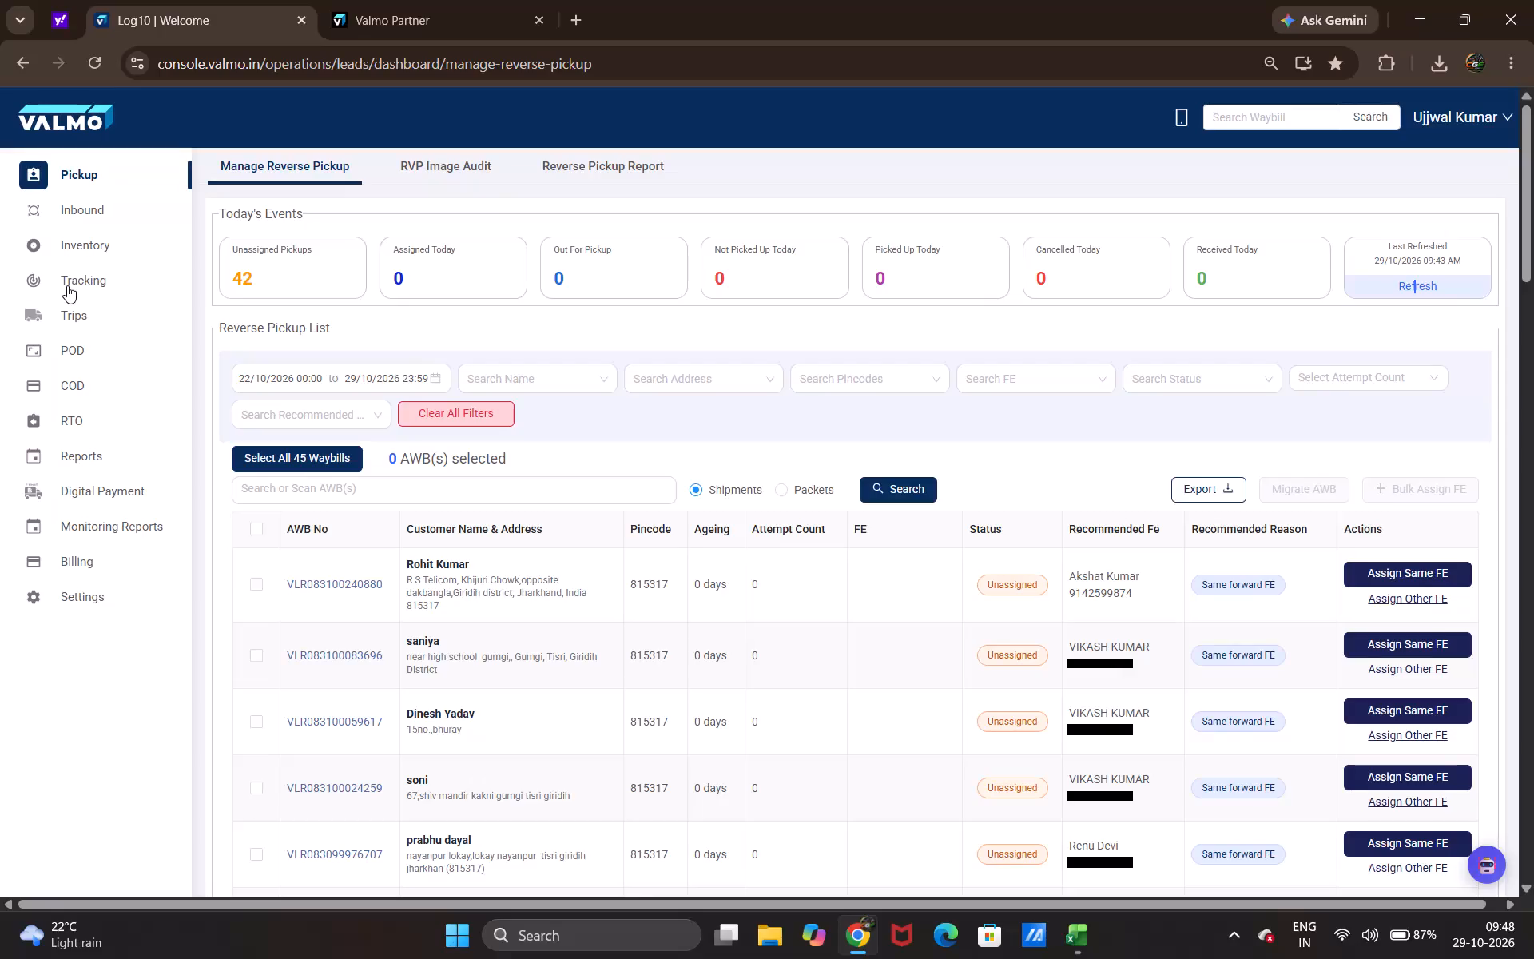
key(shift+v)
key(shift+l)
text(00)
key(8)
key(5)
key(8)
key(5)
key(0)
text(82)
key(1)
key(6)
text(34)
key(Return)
click(93, 281)
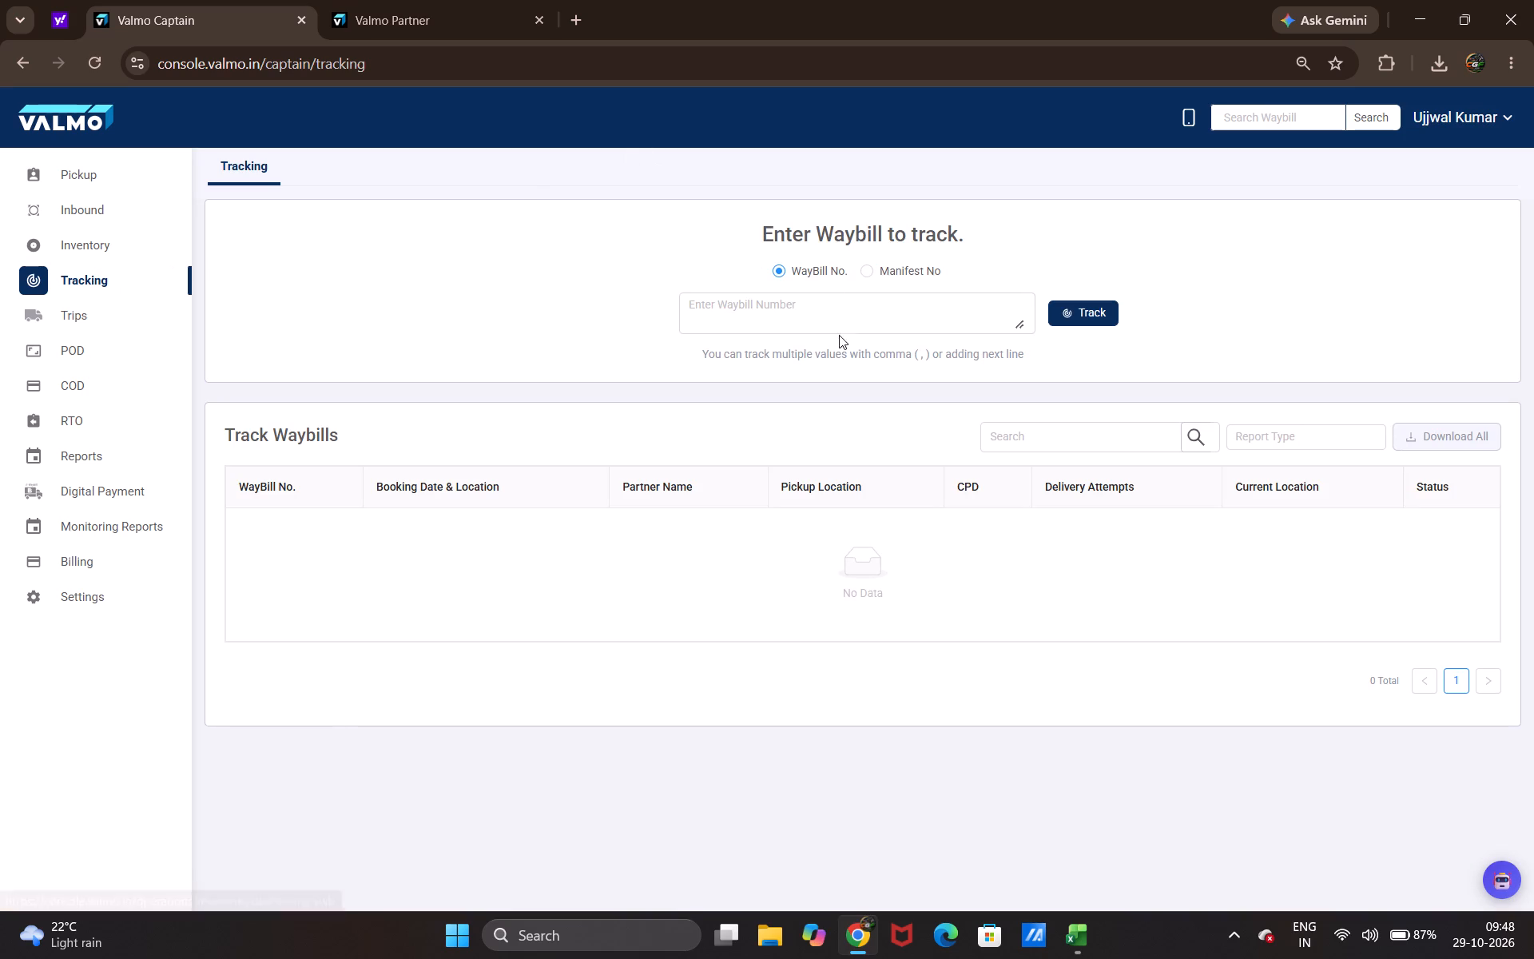
click(823, 320)
click(813, 297)
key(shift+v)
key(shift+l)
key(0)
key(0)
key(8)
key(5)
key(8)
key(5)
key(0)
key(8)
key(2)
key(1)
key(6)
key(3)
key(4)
key(Return)
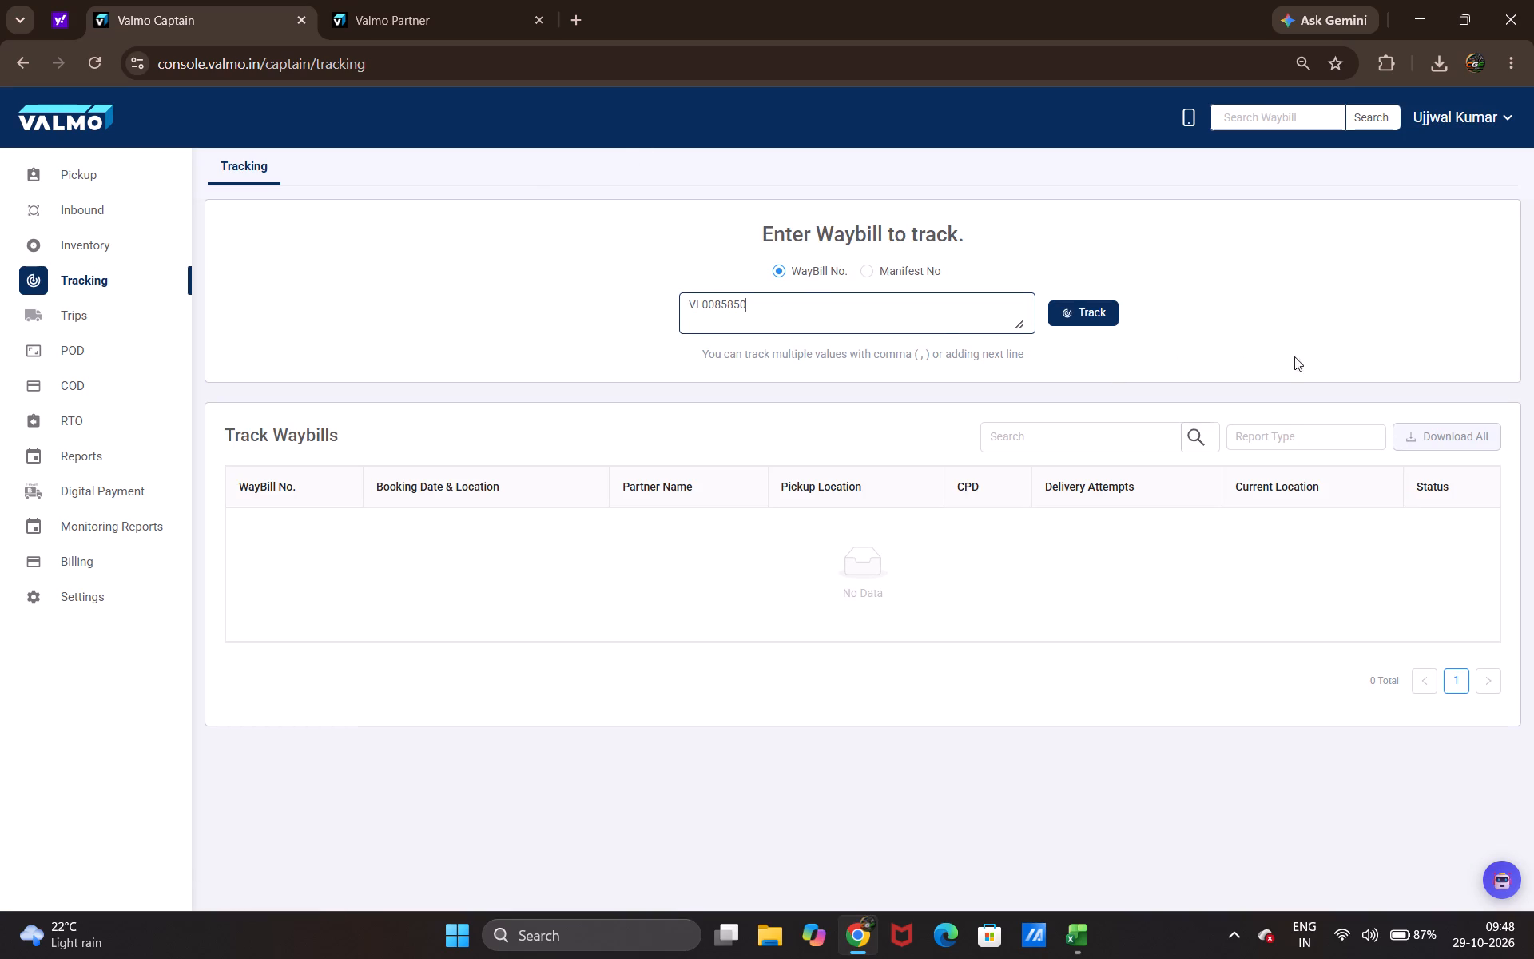
click(1093, 315)
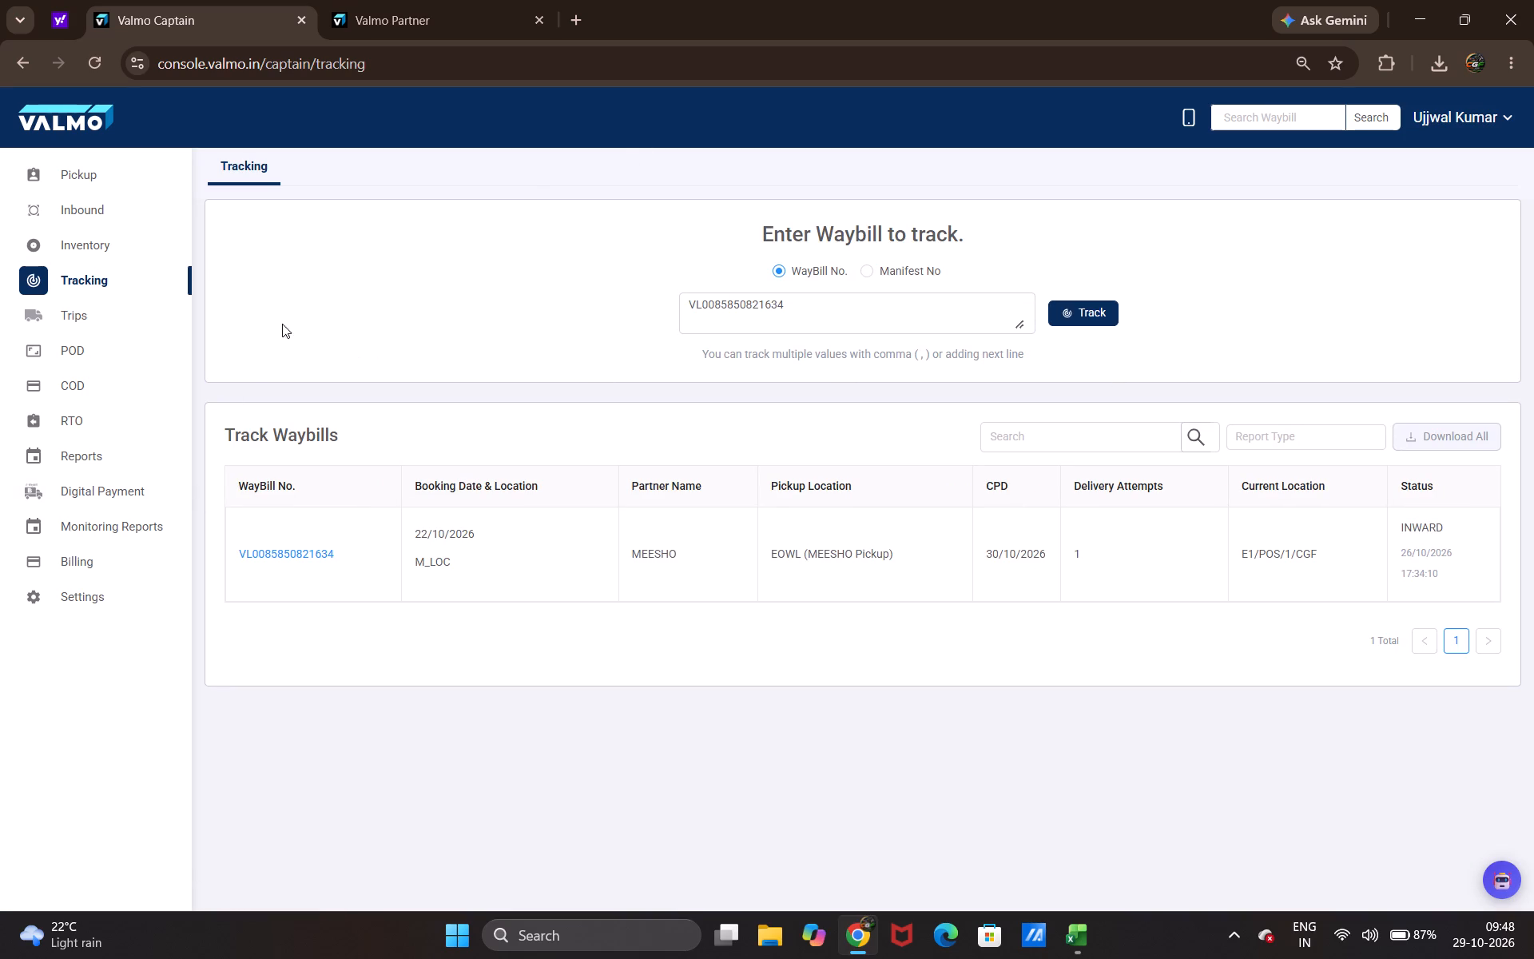
double_click(692, 304)
double_click(721, 304)
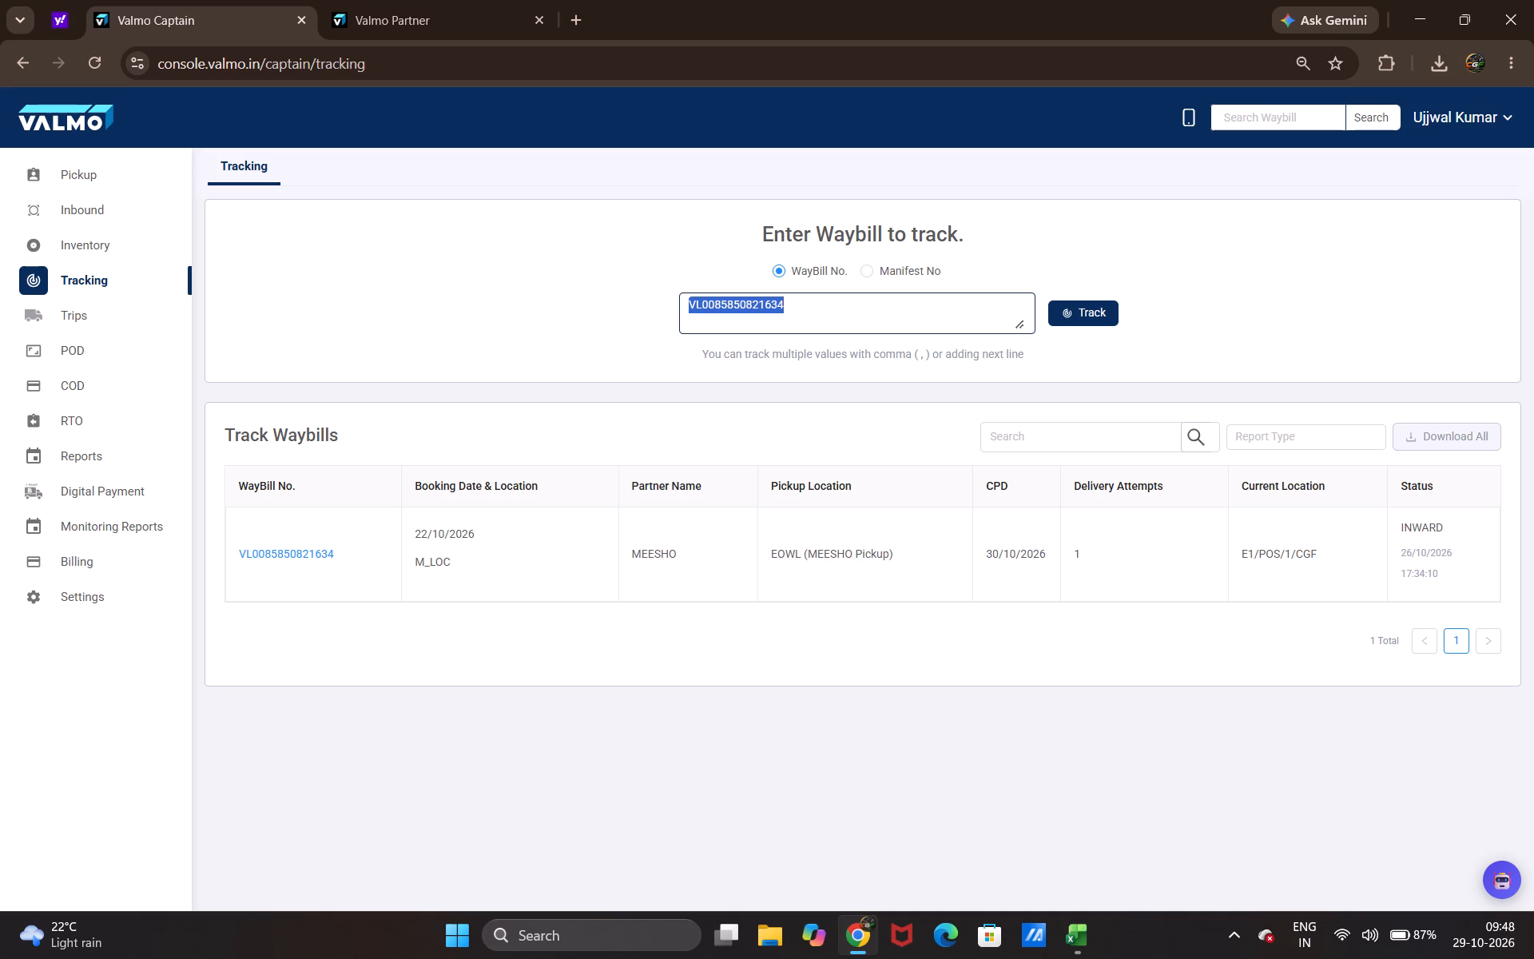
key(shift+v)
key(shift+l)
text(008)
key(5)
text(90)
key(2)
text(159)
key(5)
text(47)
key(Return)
click(1068, 319)
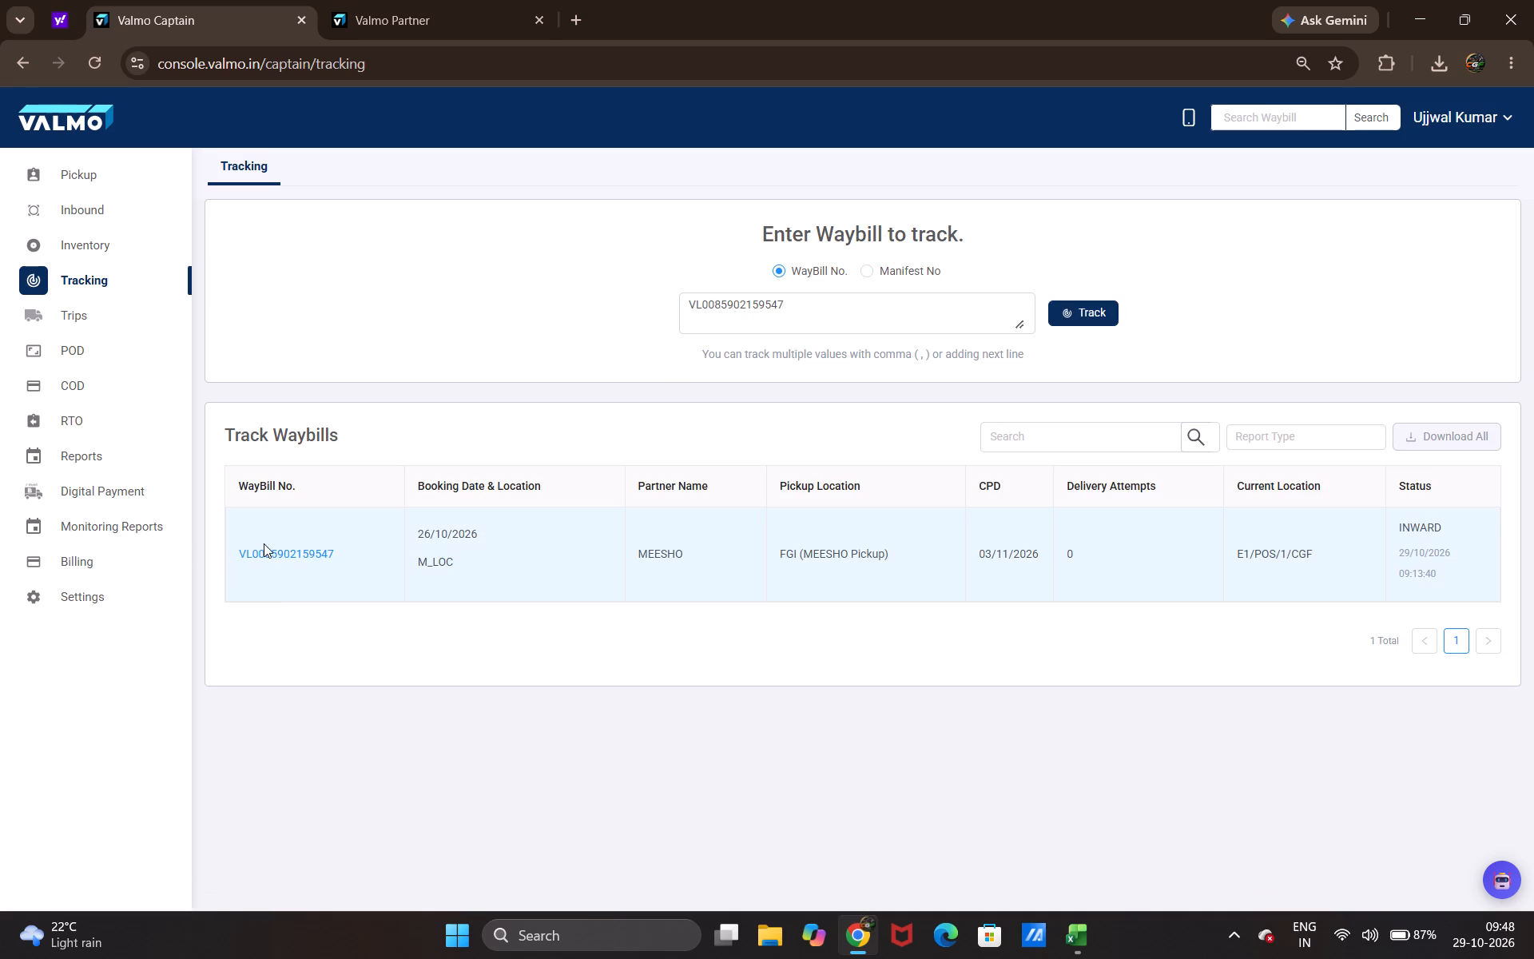
click(284, 547)
click(185, 290)
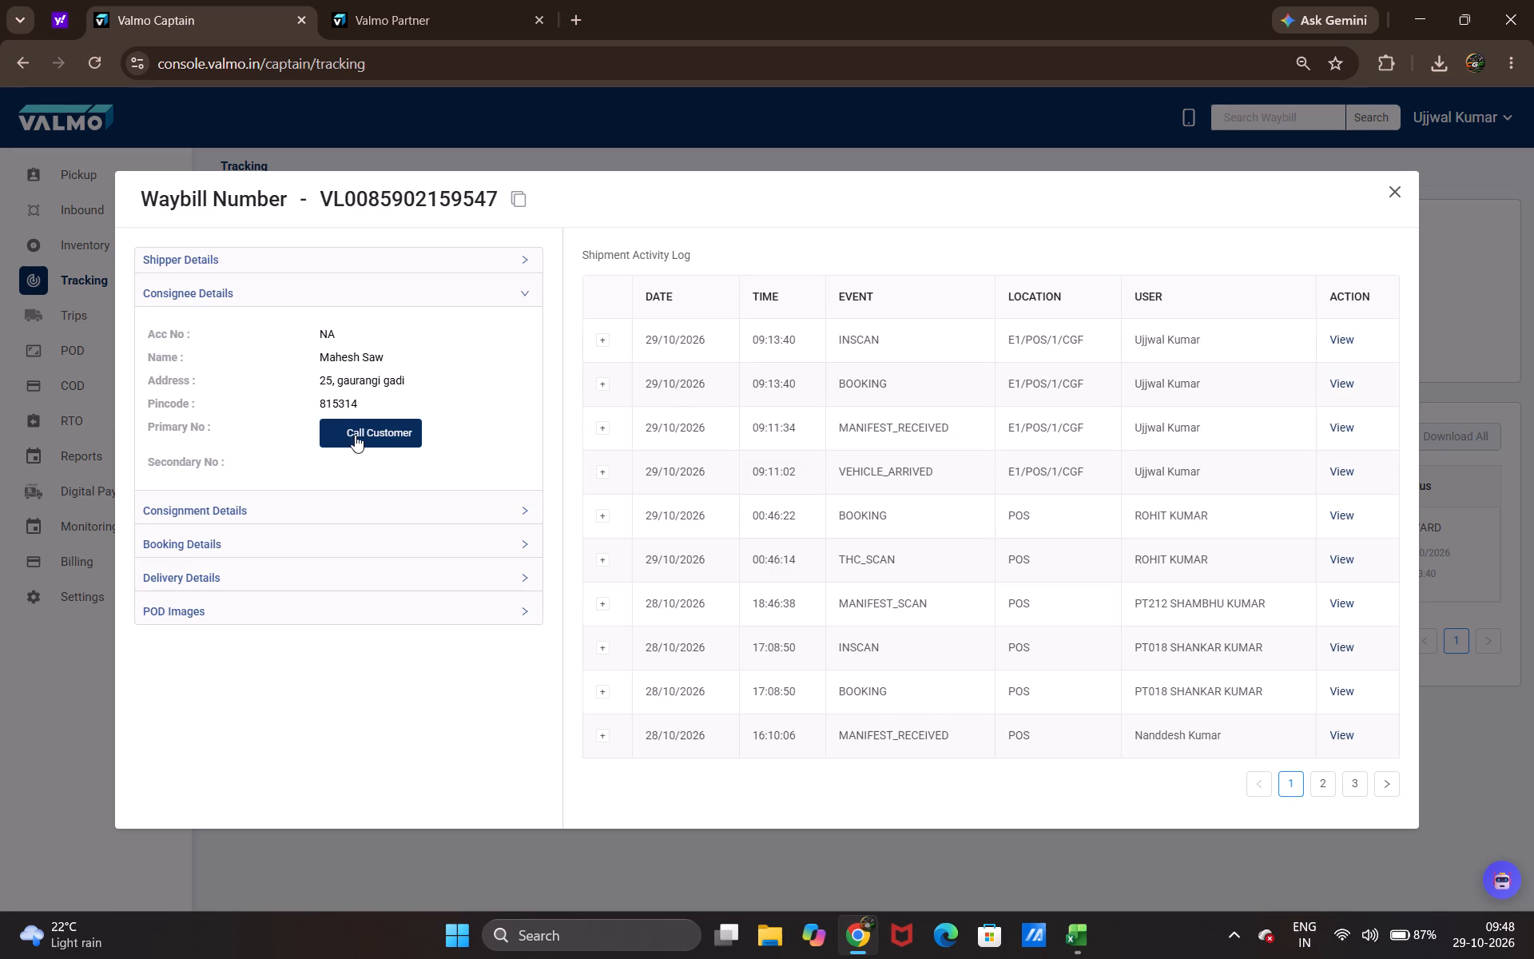
click(355, 435)
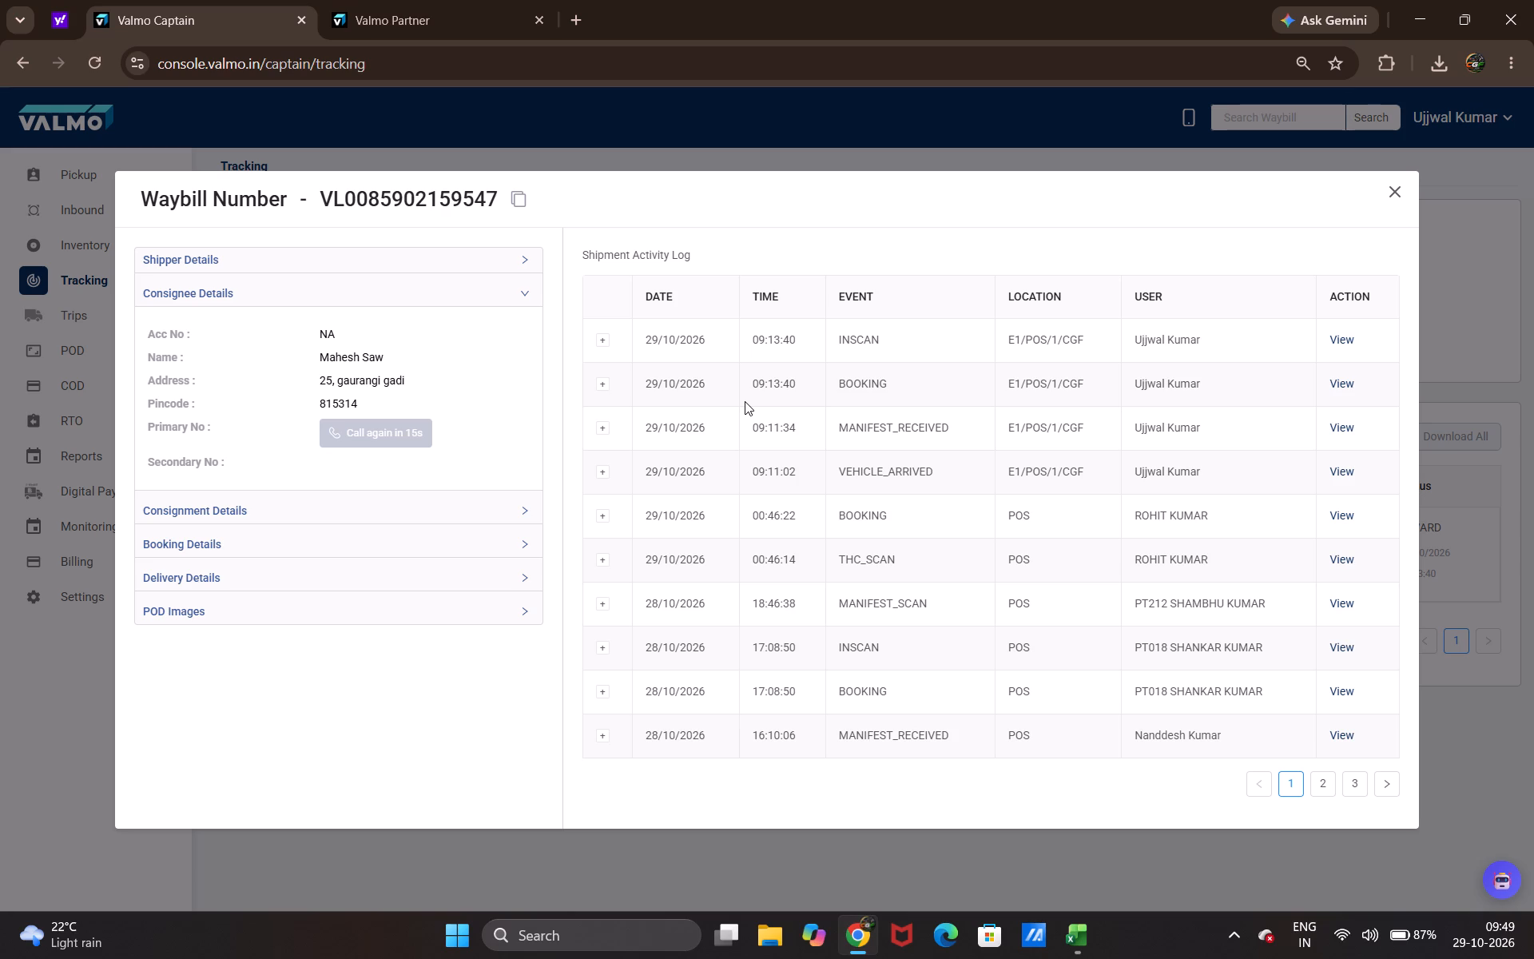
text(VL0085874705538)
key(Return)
click(1387, 201)
double_click(741, 296)
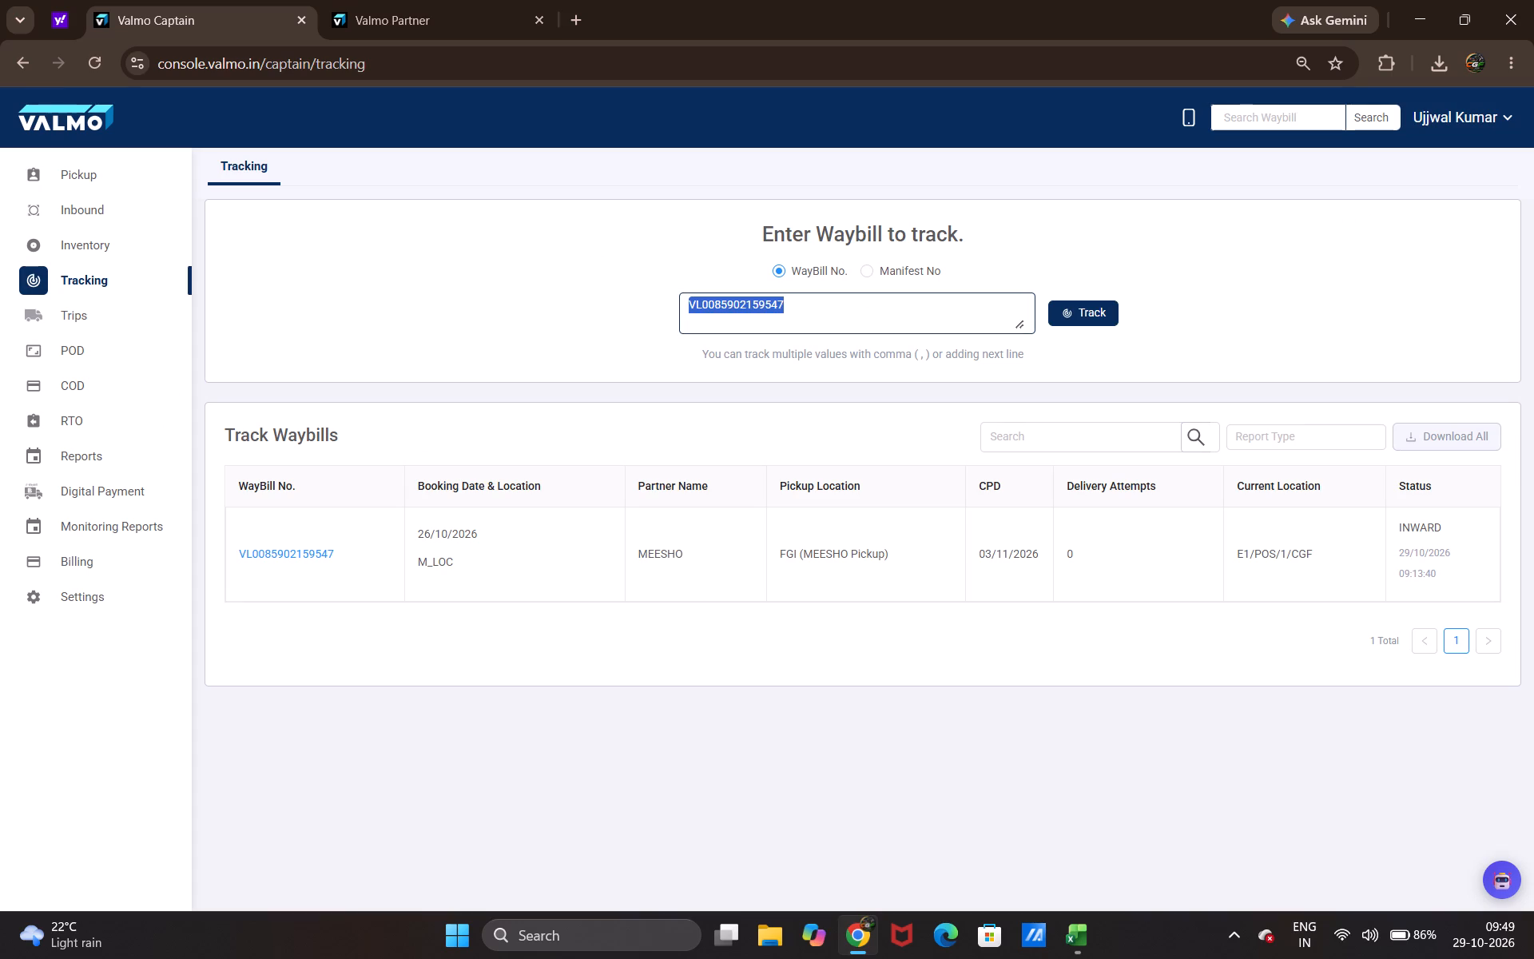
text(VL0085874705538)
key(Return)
click(1051, 306)
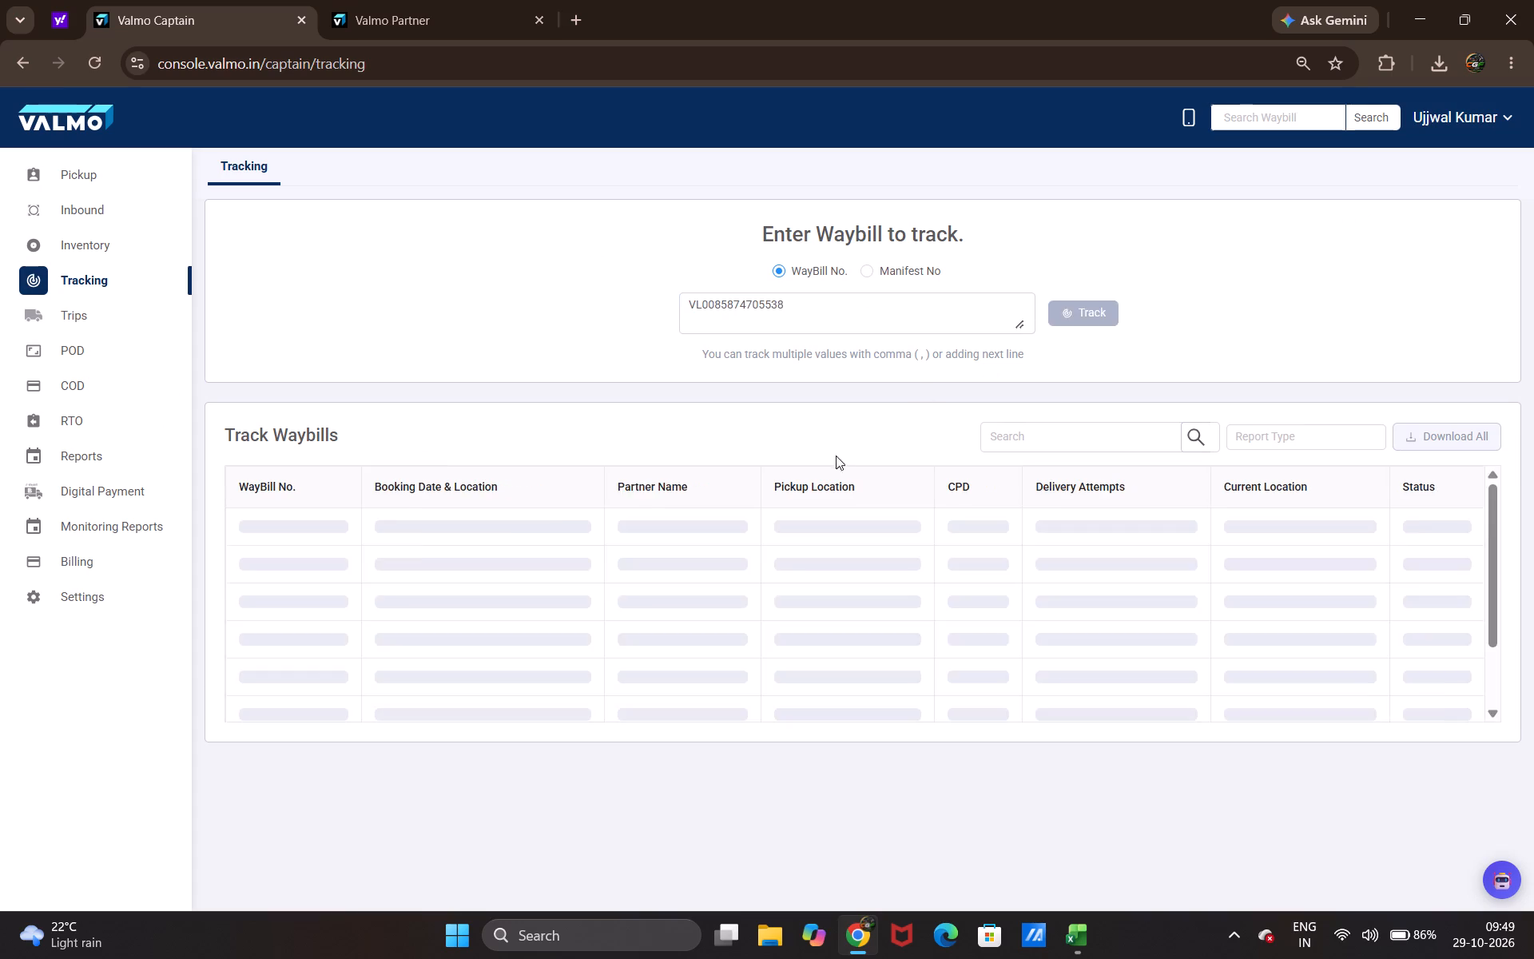
click(306, 555)
click(221, 293)
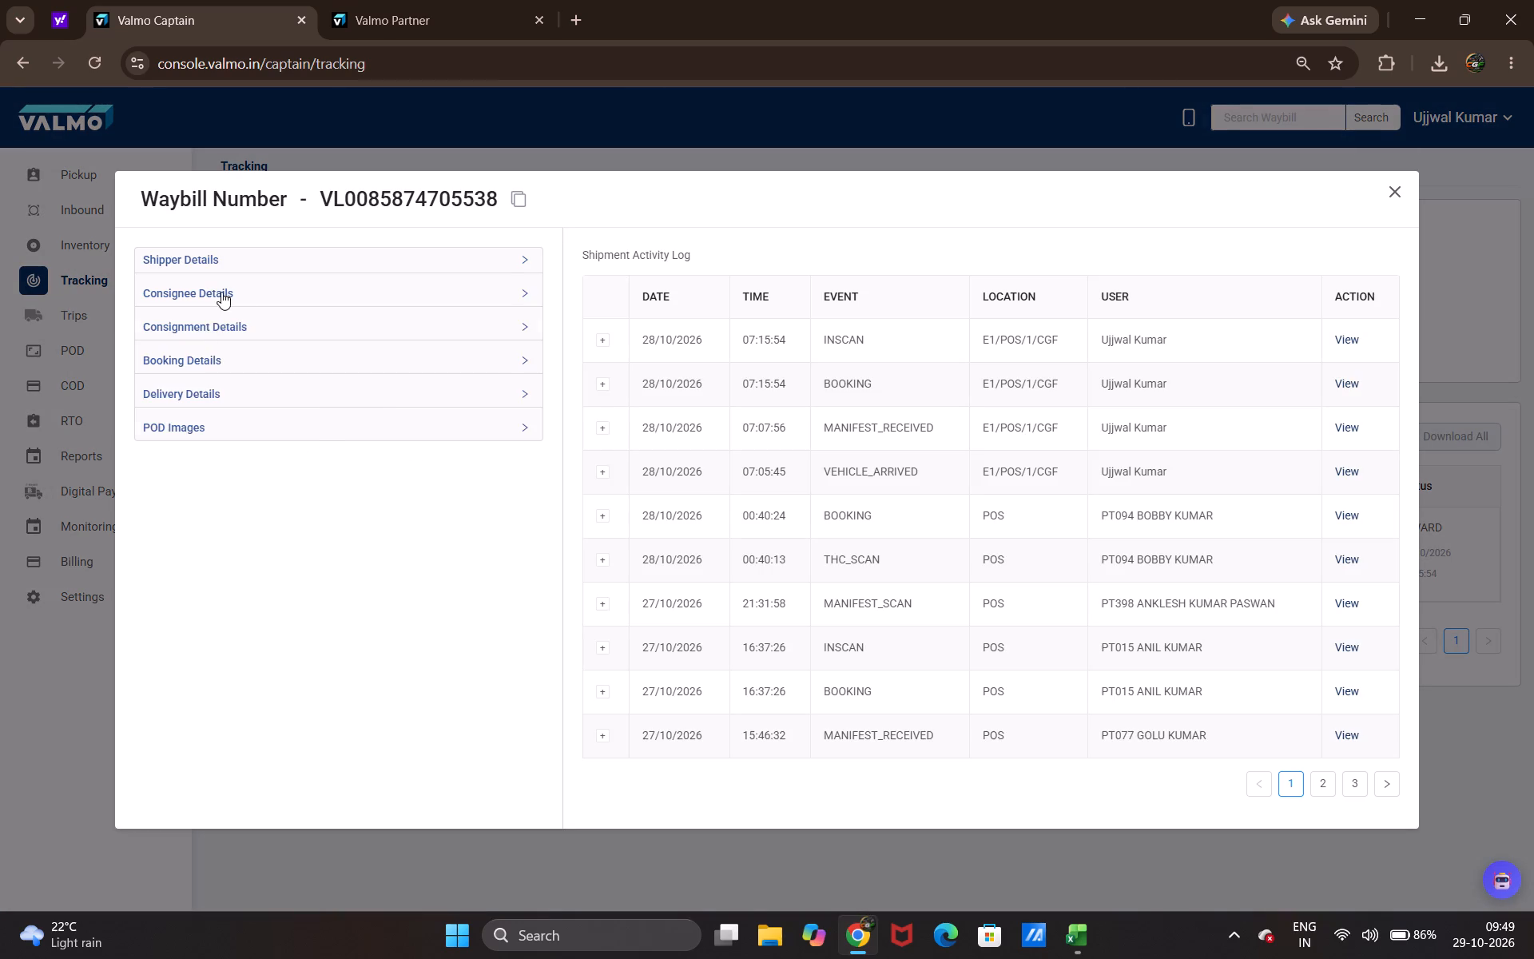
click(380, 450)
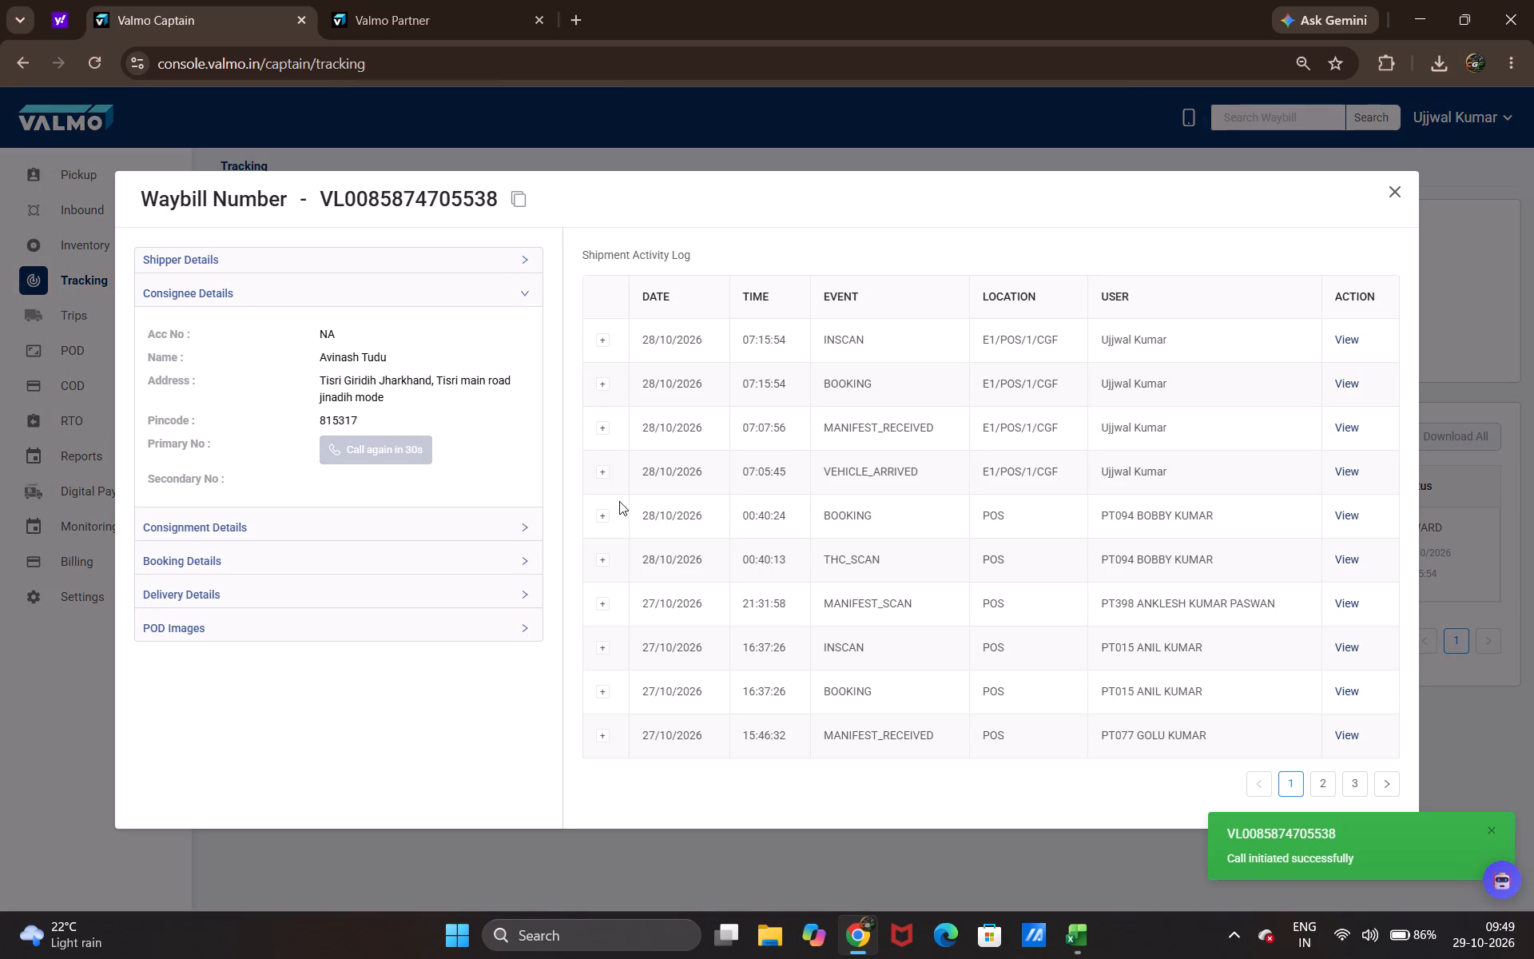
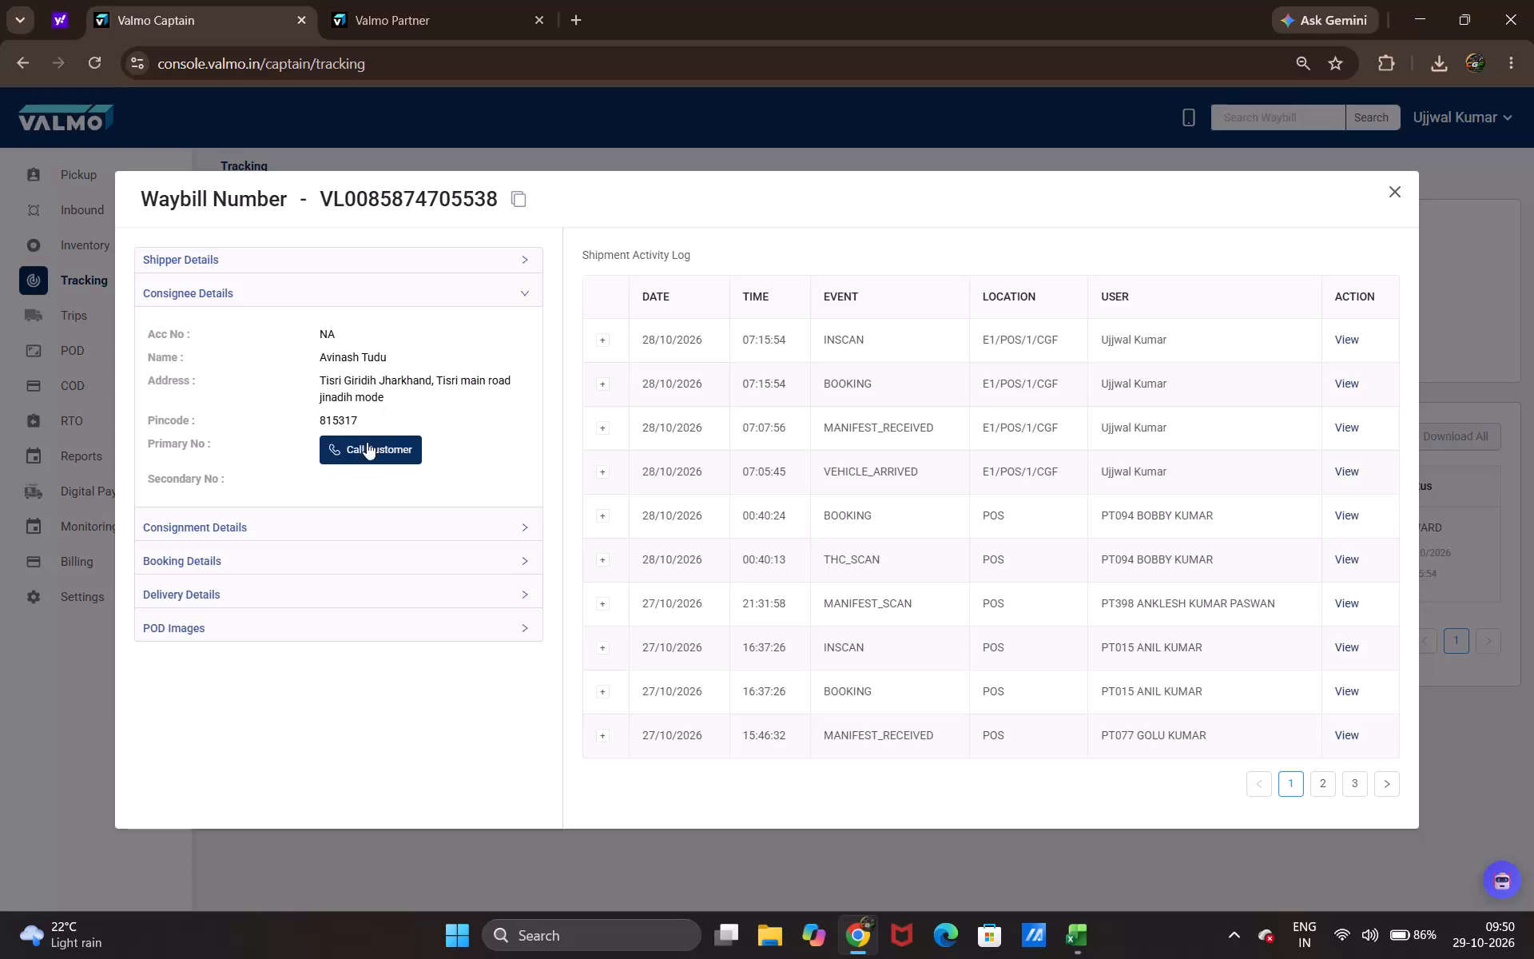
click(372, 448)
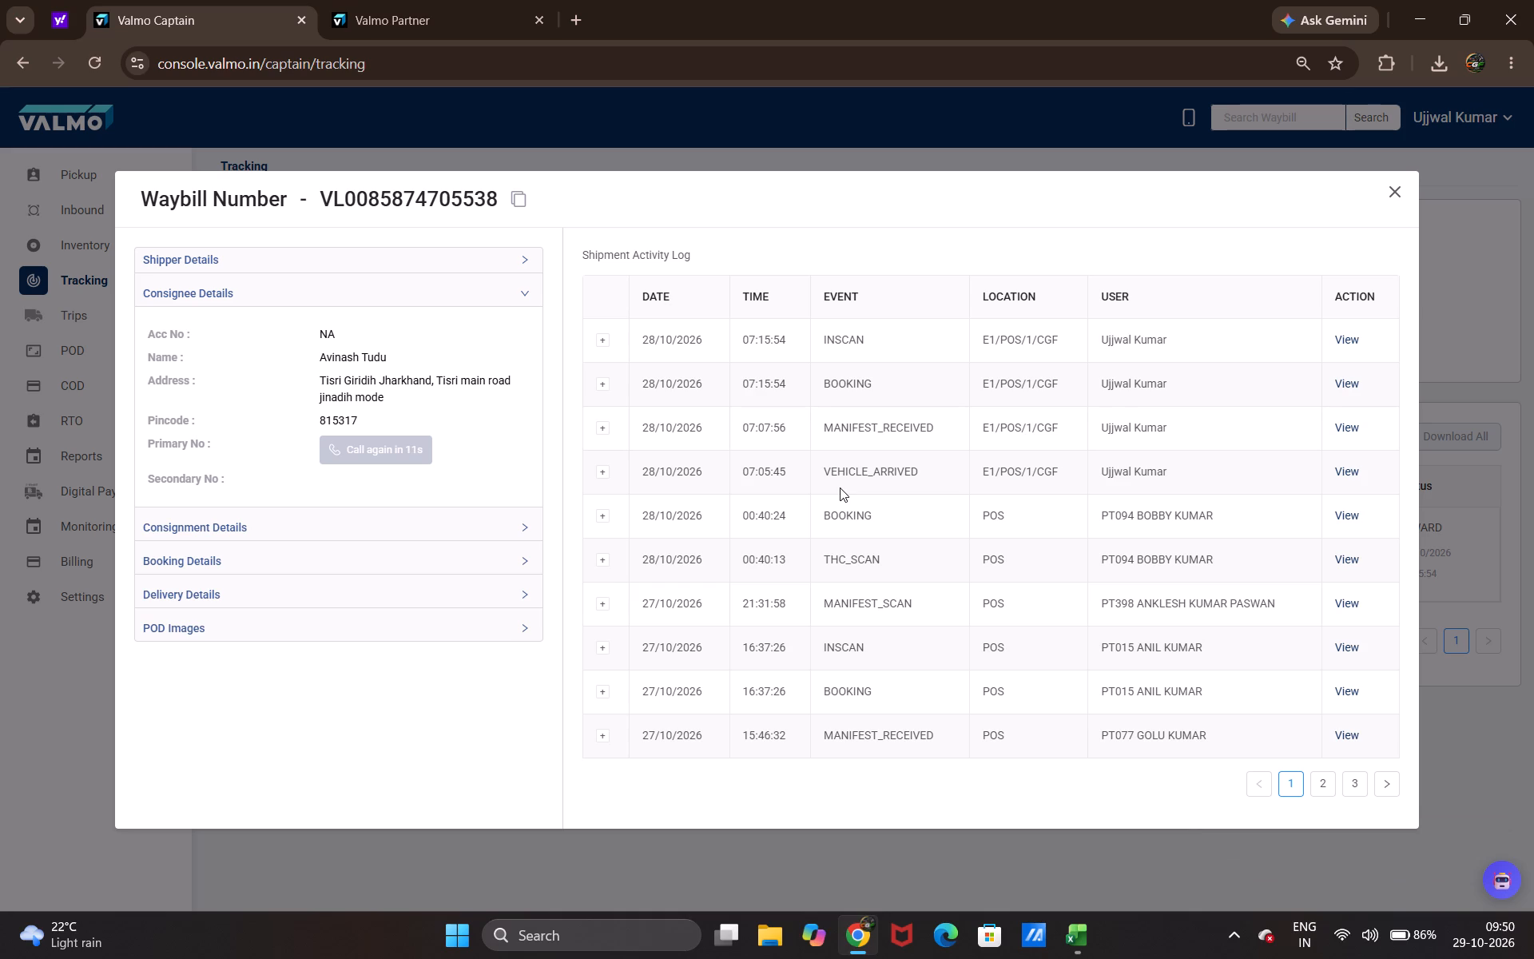
click(1407, 192)
click(311, 547)
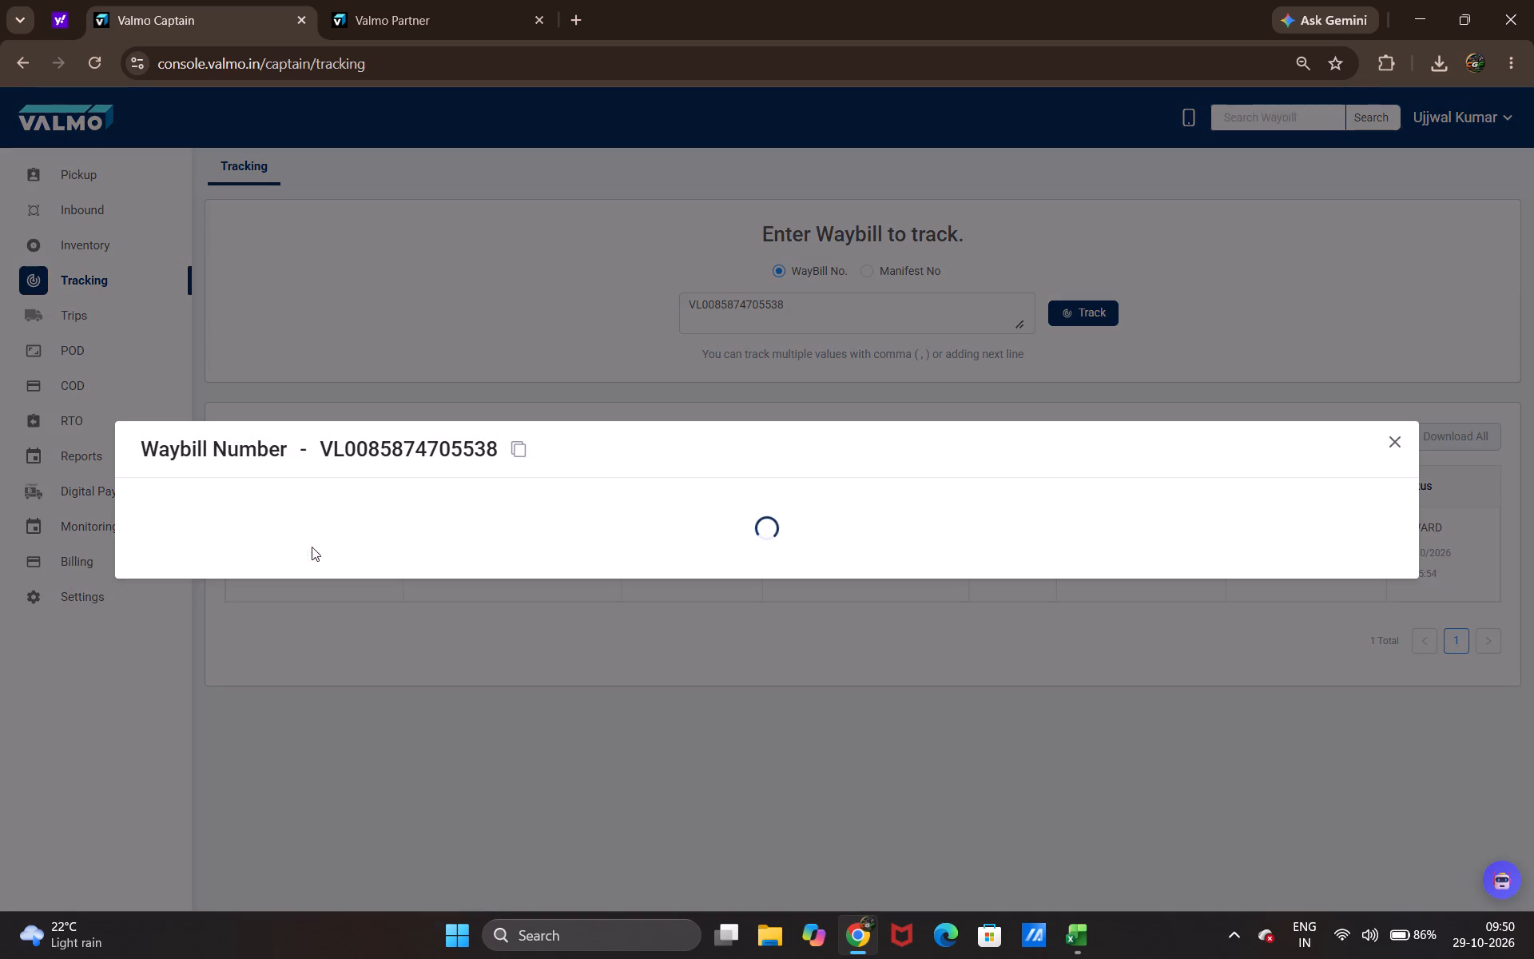
click(217, 286)
click(367, 452)
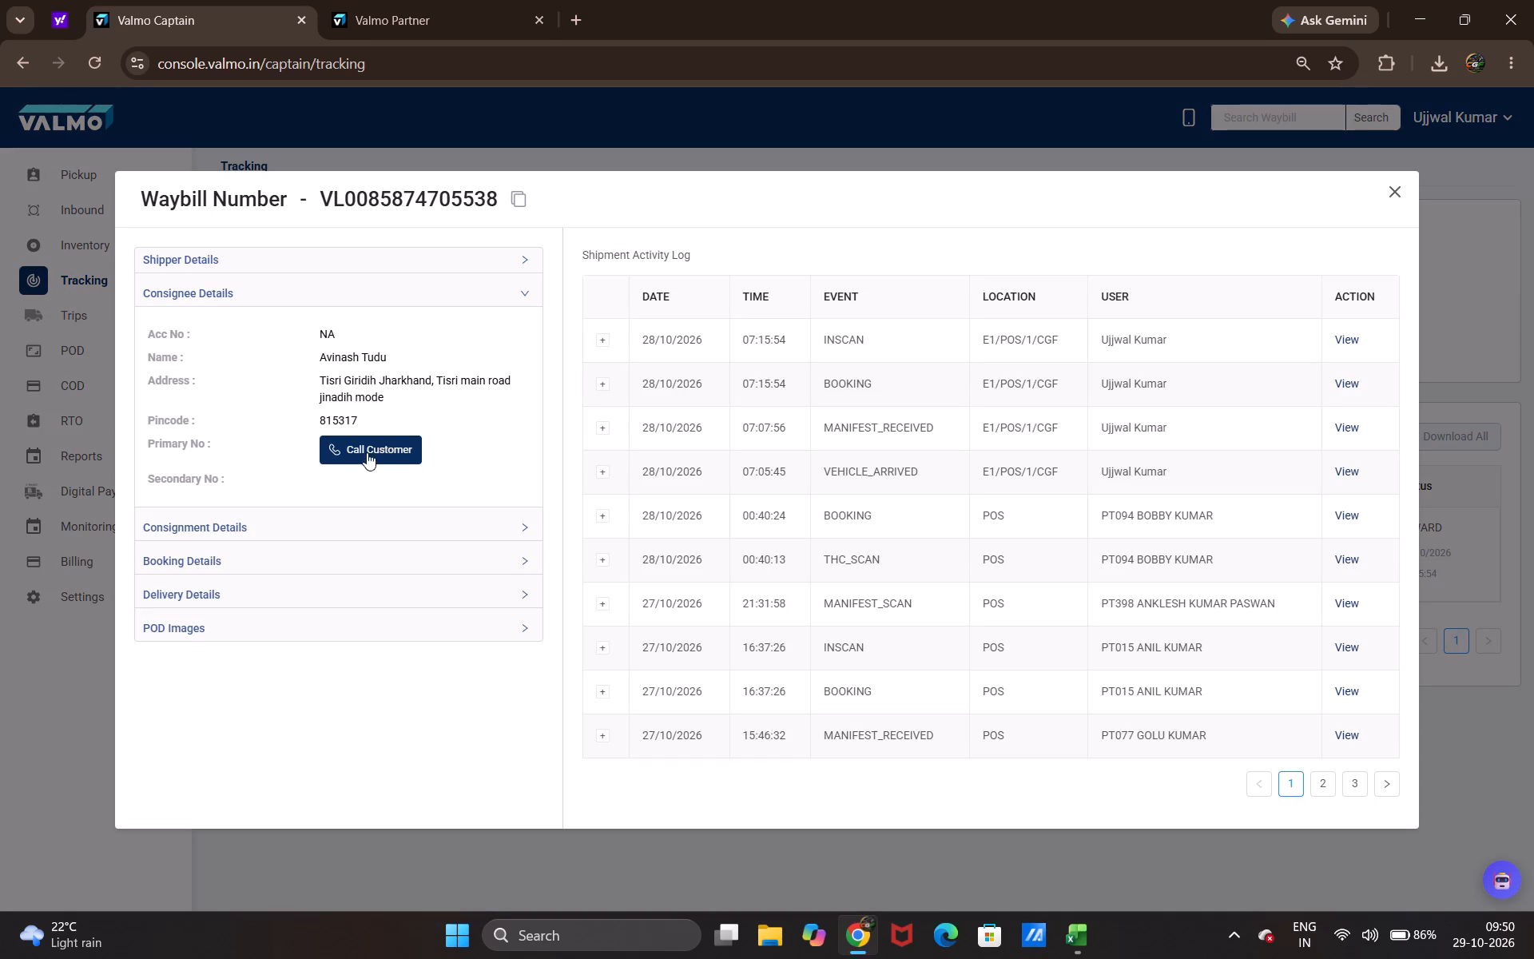
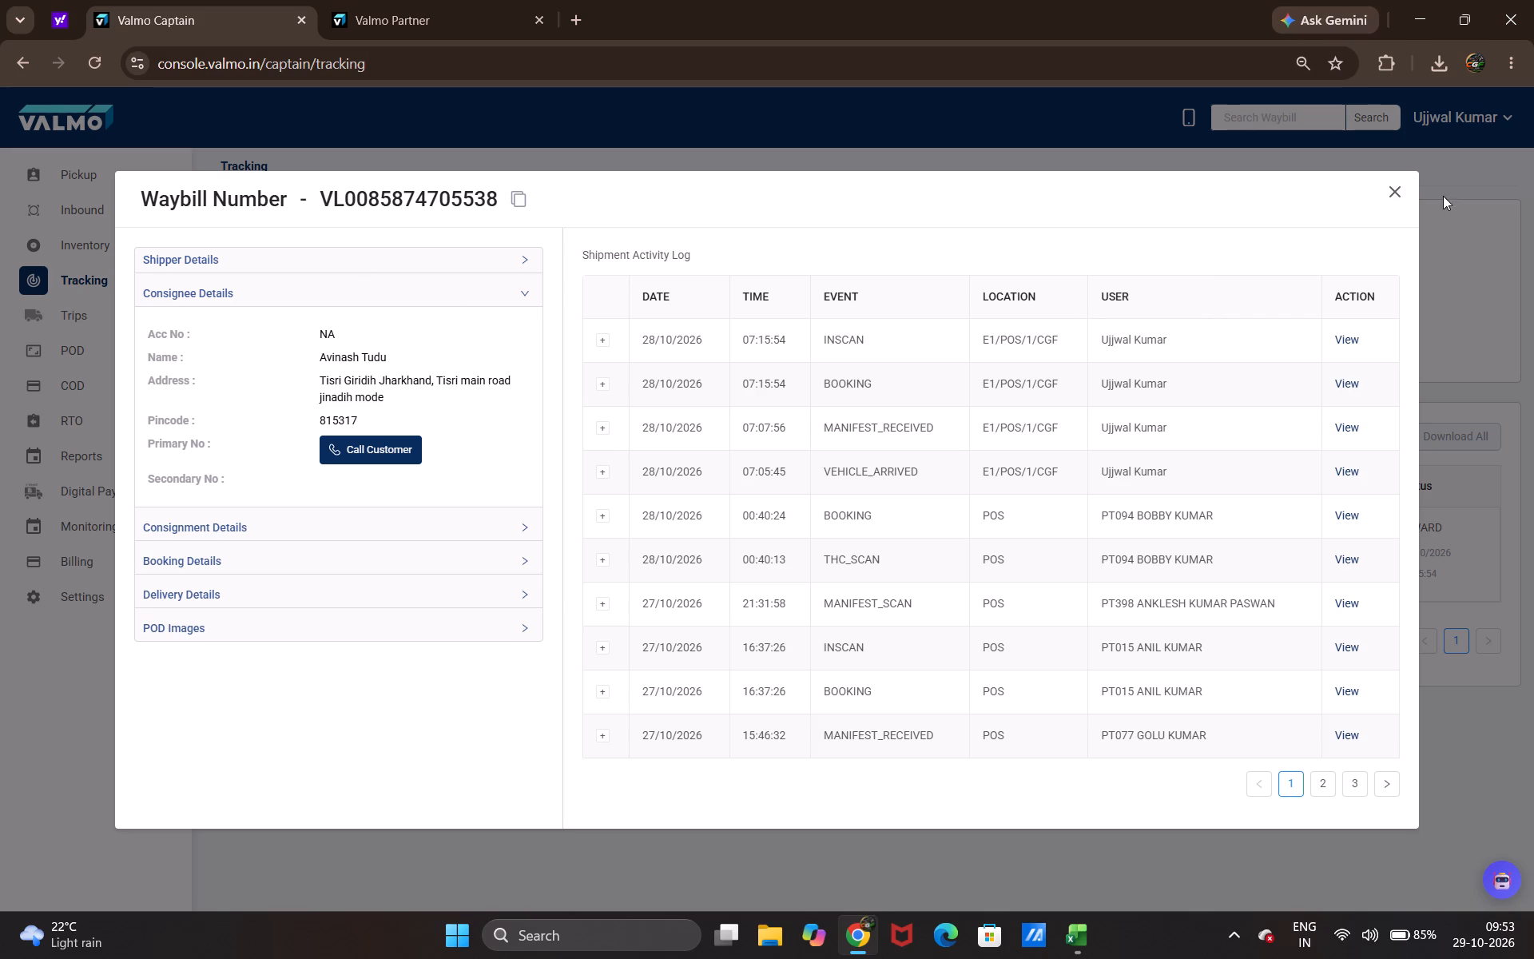
click(1391, 197)
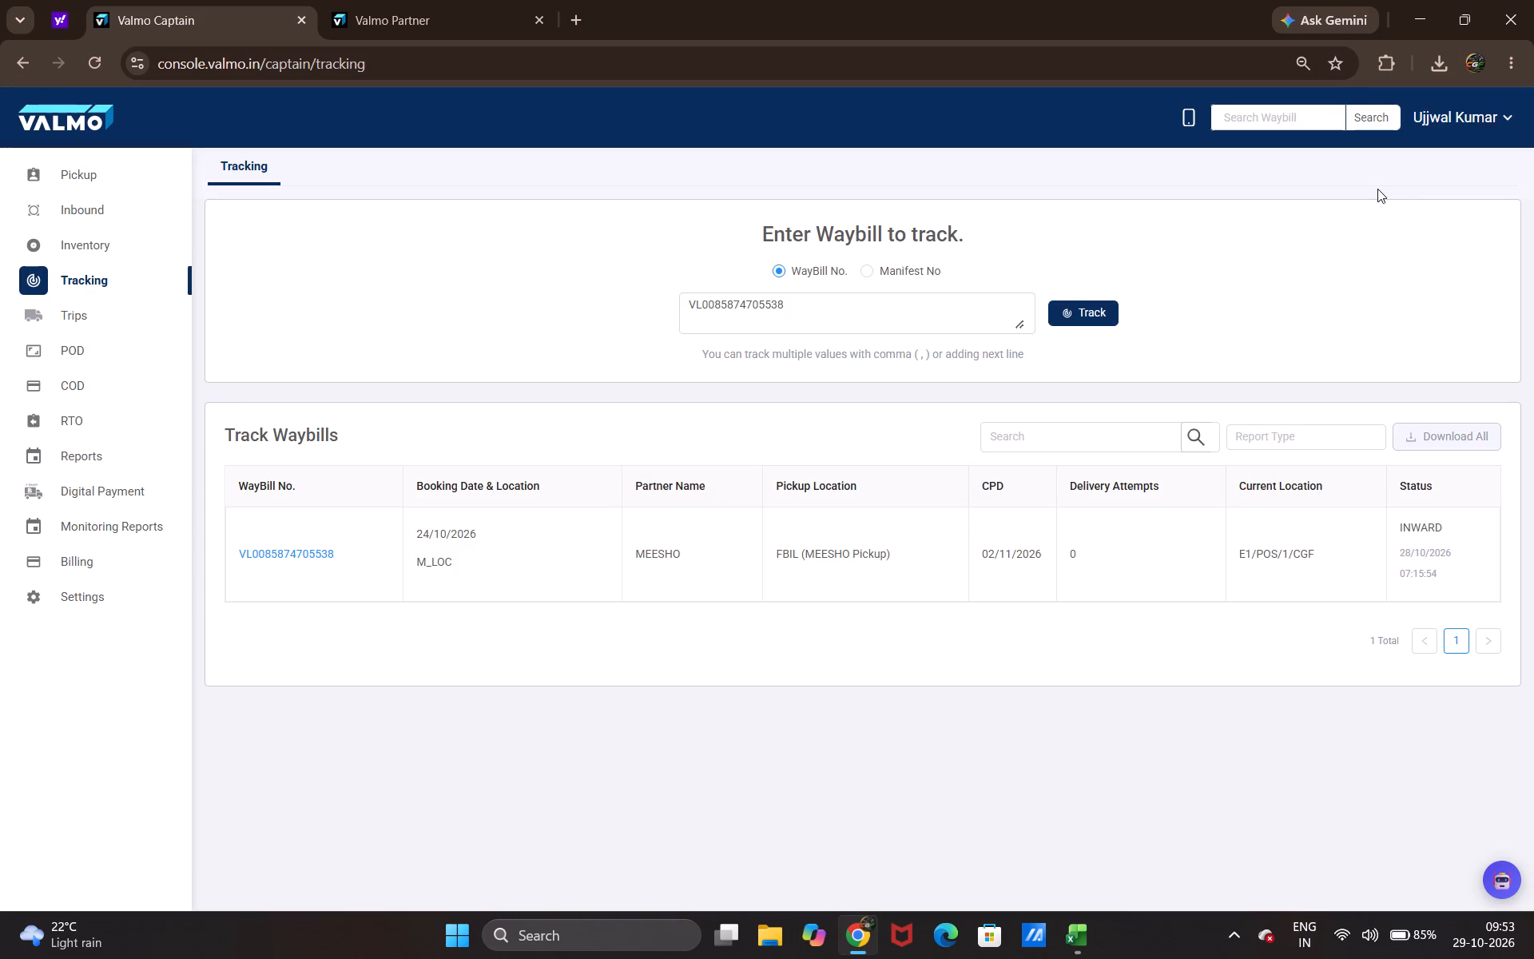